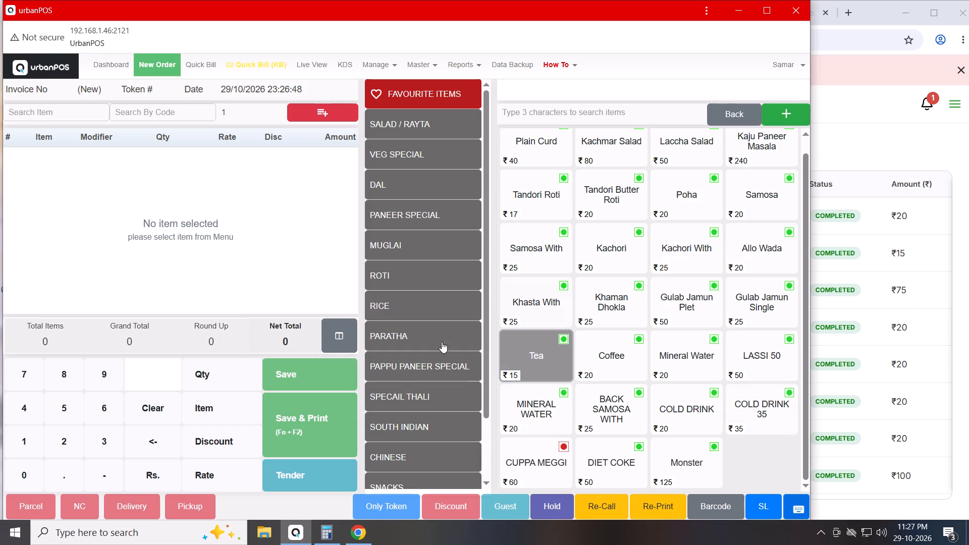
# Add two DIET COKE items to the new order, and save and print the bill.
pyautogui.click(39, 116)
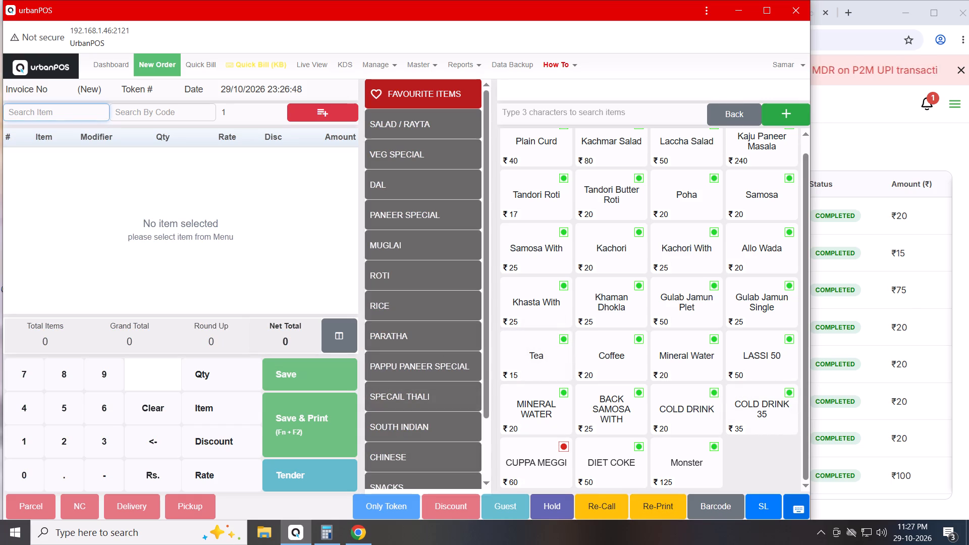
pyautogui.click(609, 455)
pyautogui.click(609, 455)
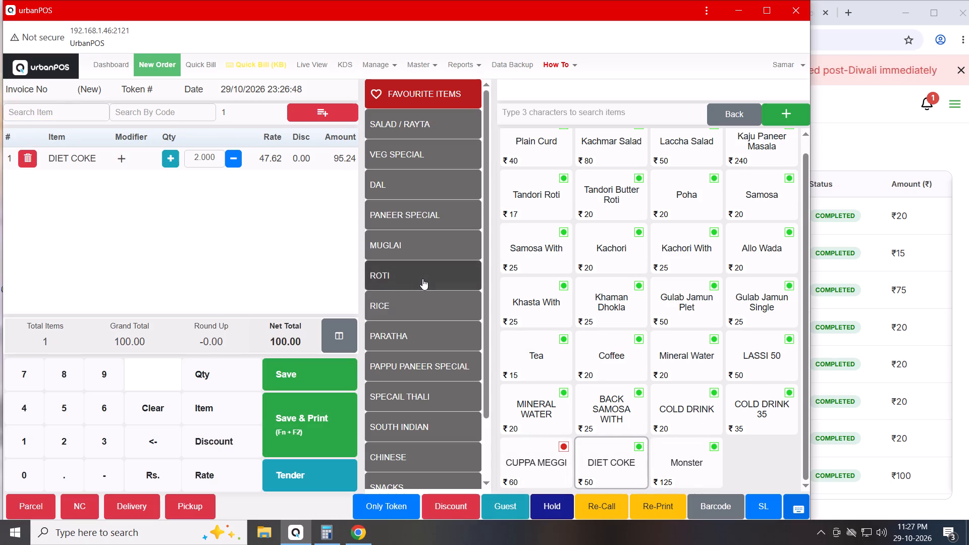
pyautogui.press('F2')
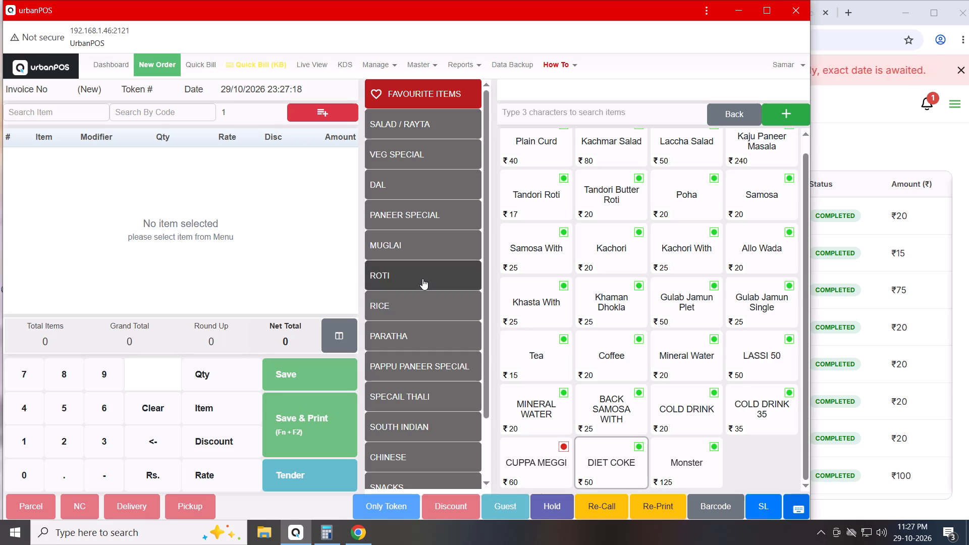
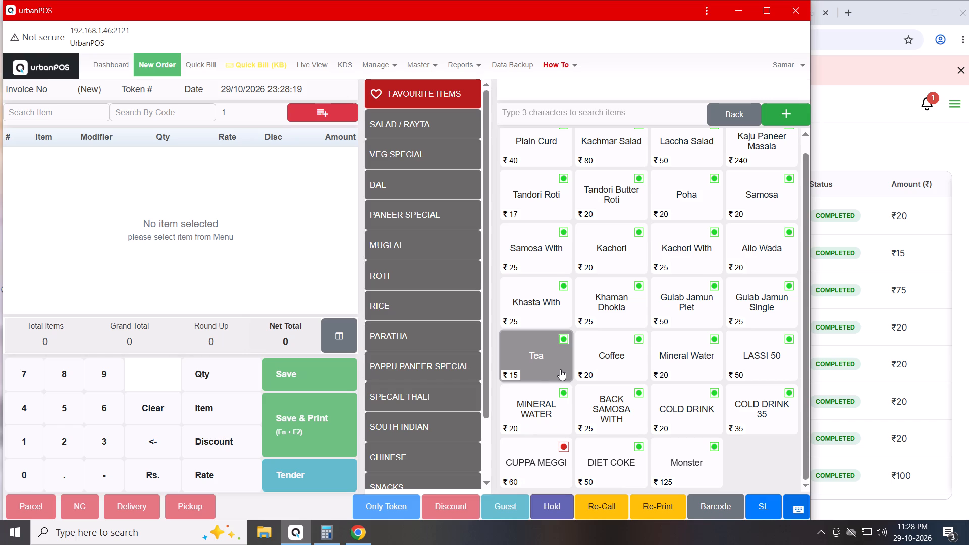
# Add one MINERAL WATER to the new order, and save and print the bill.
pyautogui.click(539, 400)
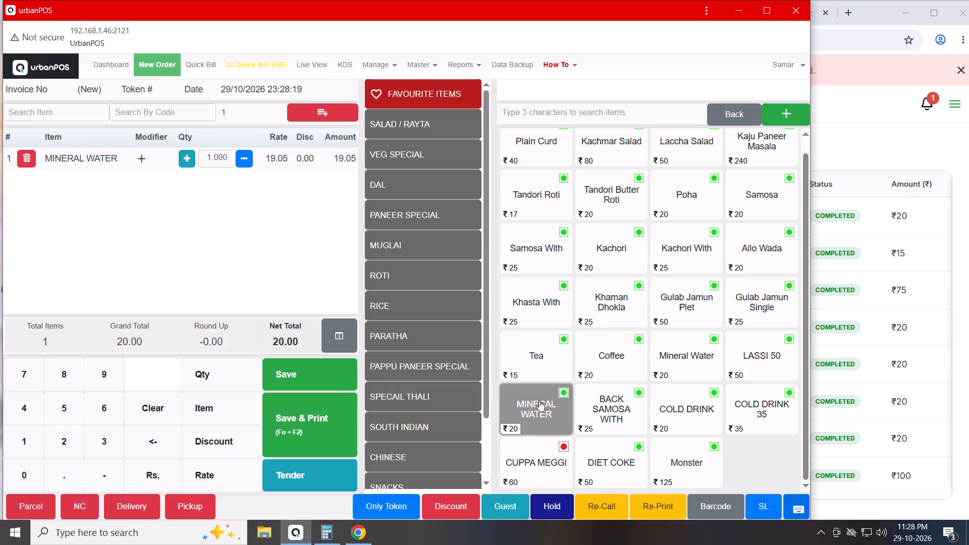
pyautogui.press('F2')
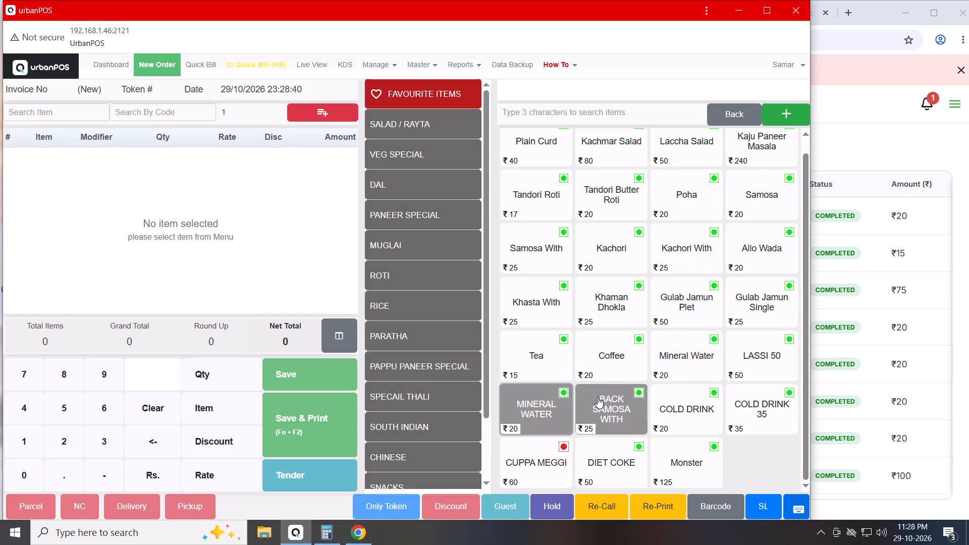
# Add one Khaman Dhokla to the next new order.
pyautogui.click(622, 301)
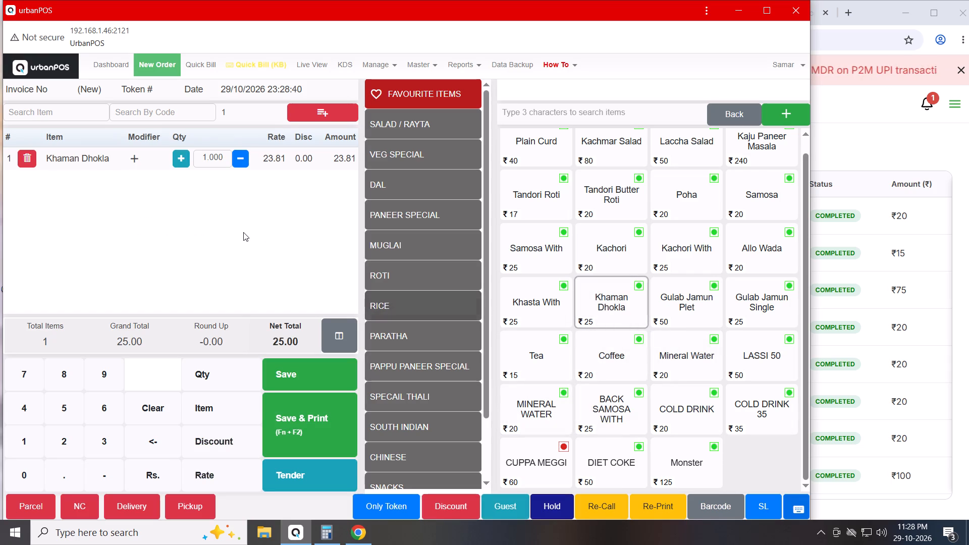
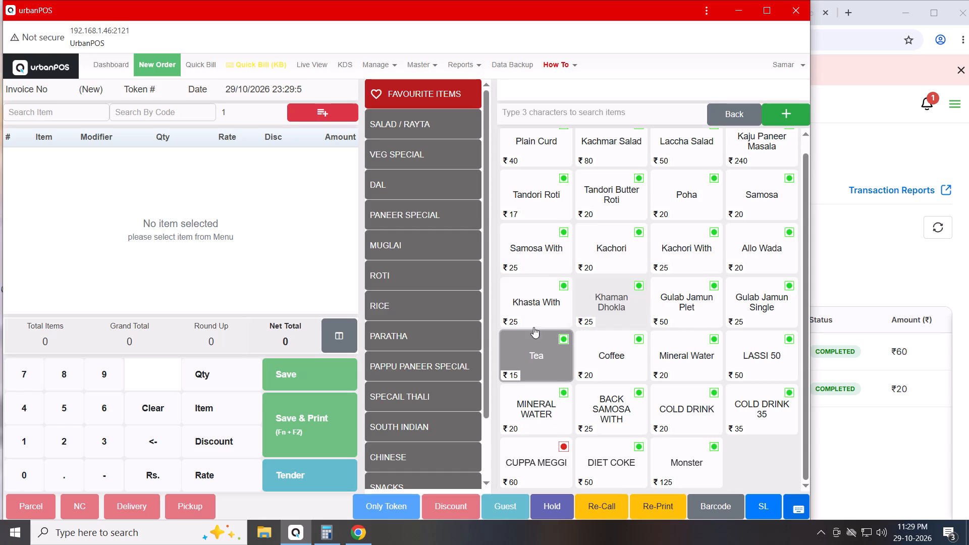
# Add more Khaman Dhokla to the current order, and save and print the bill.
pyautogui.doubleClick(614, 302)
pyautogui.press('F2')
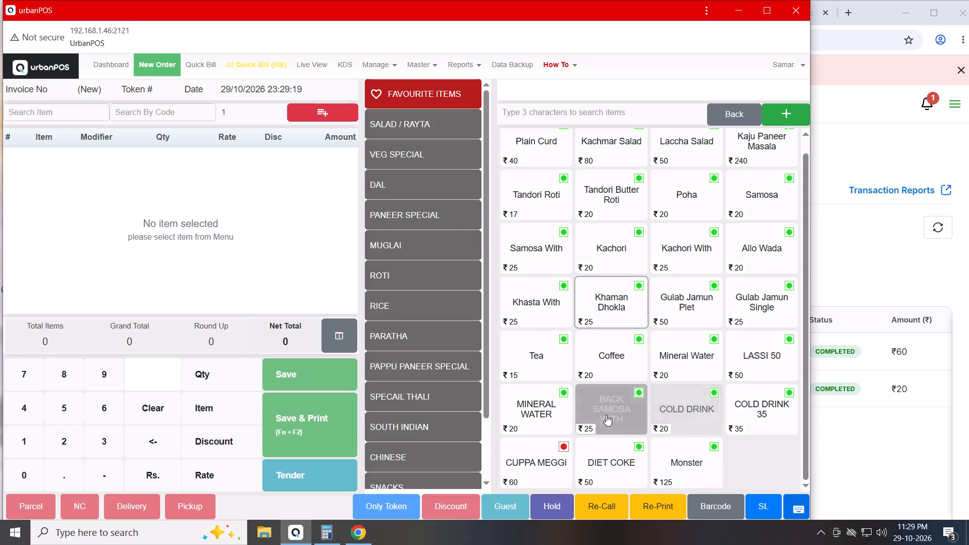
# Add one COLD DRINK priced ₹20 to the next new order.
pyautogui.scroll(-1, 575, 447)
pyautogui.click(661, 418)
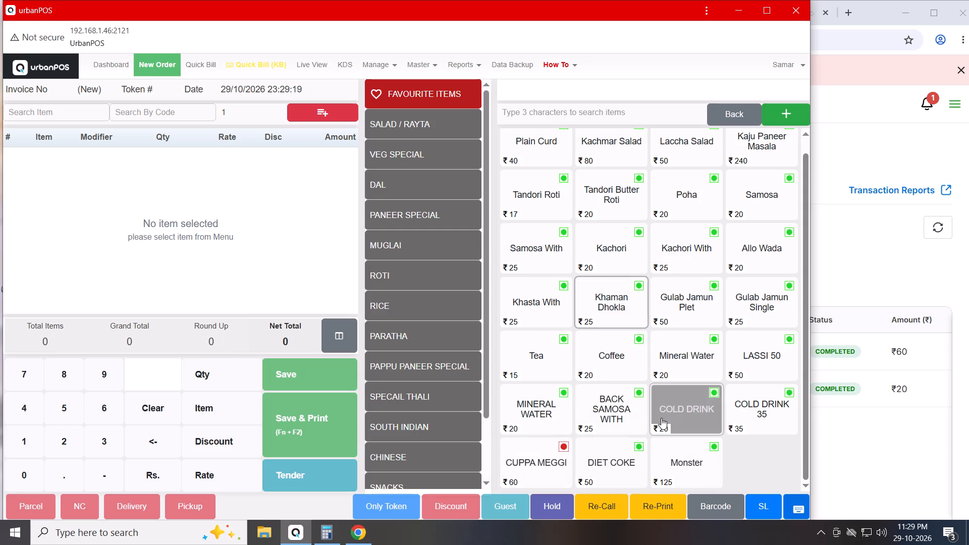
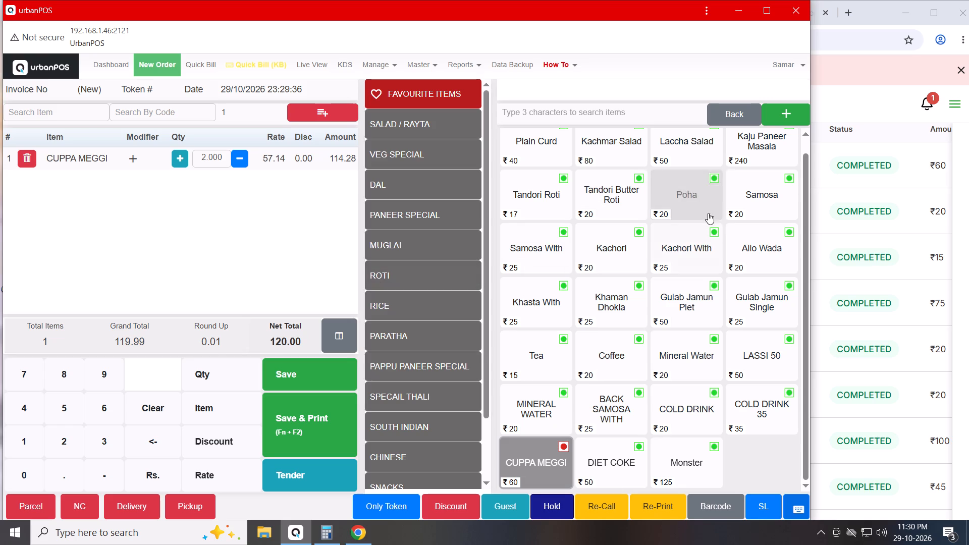
# Add one Poha to the current CUPPA MEGGI order, and save and print the bill.
pyautogui.click(691, 201)
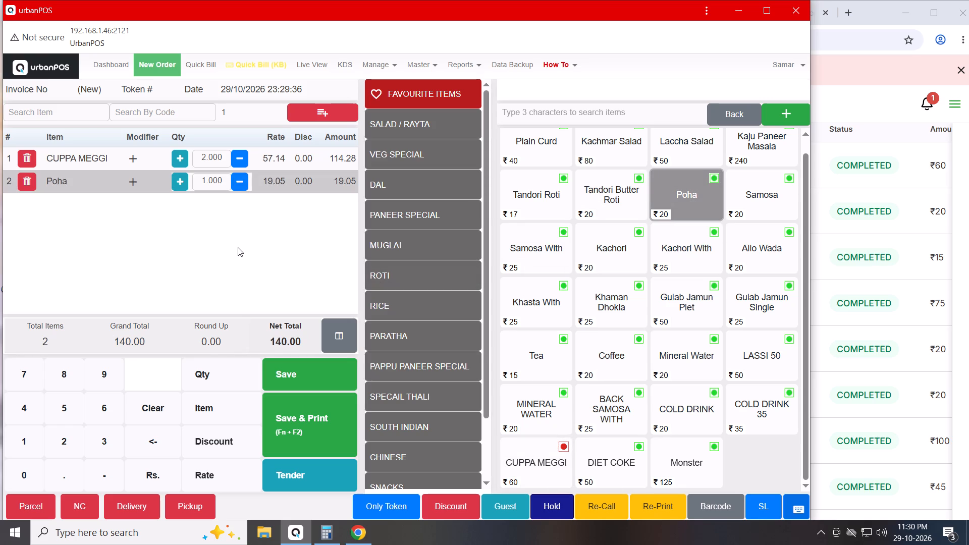
pyautogui.press('F2')
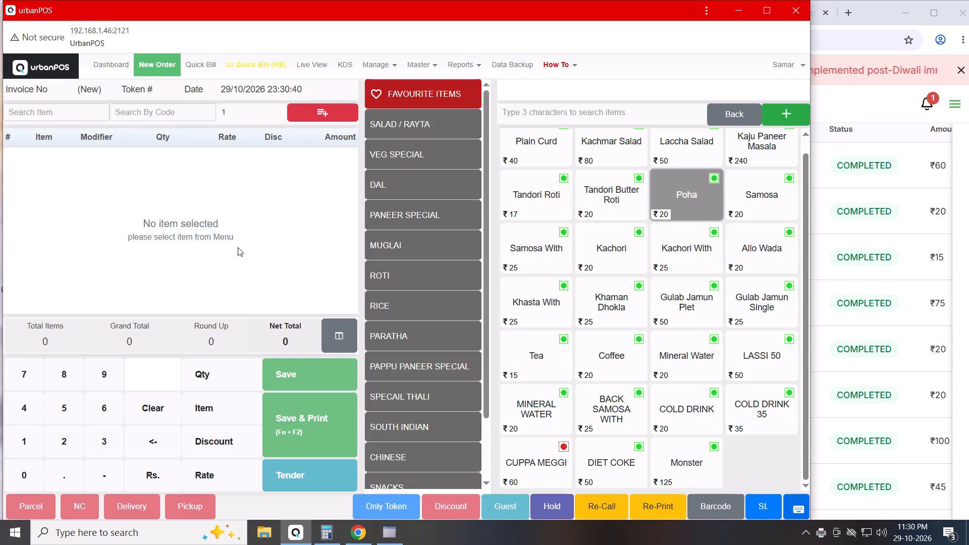
# Search the items for SEV, add one Sev Paratha to the new order, and save and print the bill.
pyautogui.click(68, 109)
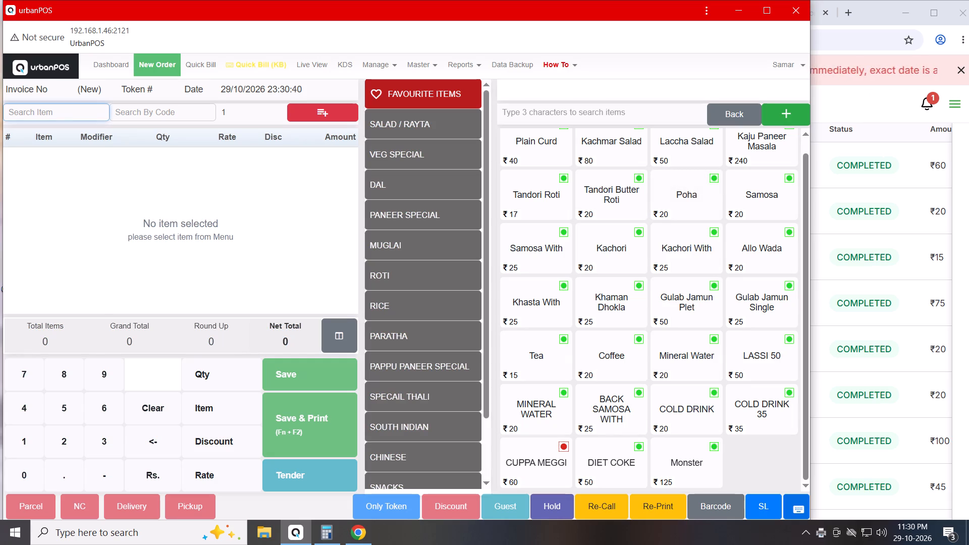
pyautogui.press('s')
pyautogui.press('e')
pyautogui.press('v')
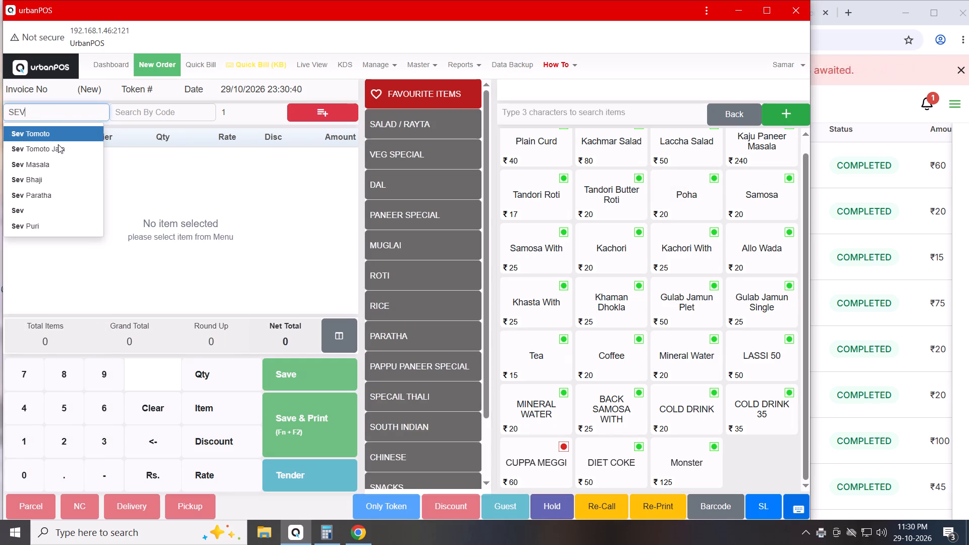
pyautogui.click(39, 191)
pyautogui.press('Return')
pyautogui.press('Return')
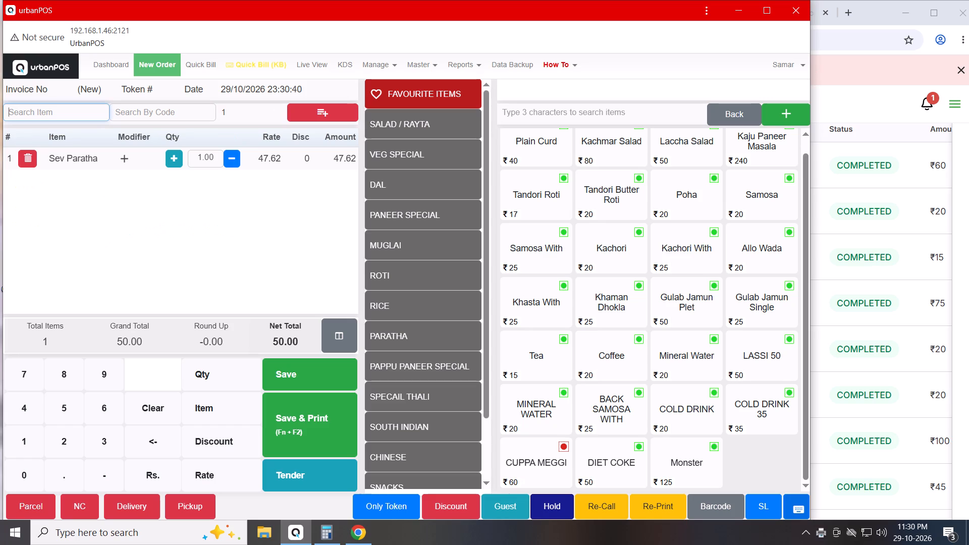
pyautogui.press('F2')
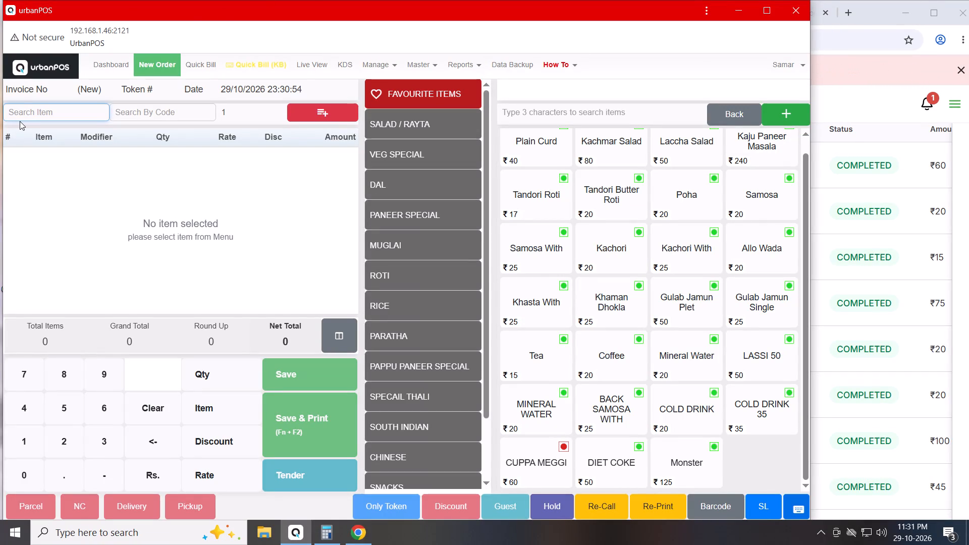
# Search the items for TOM, add one Tomoto Soup to the new order, and save and print the bill.
pyautogui.write('TOMA')
pyautogui.press('BackSpace')
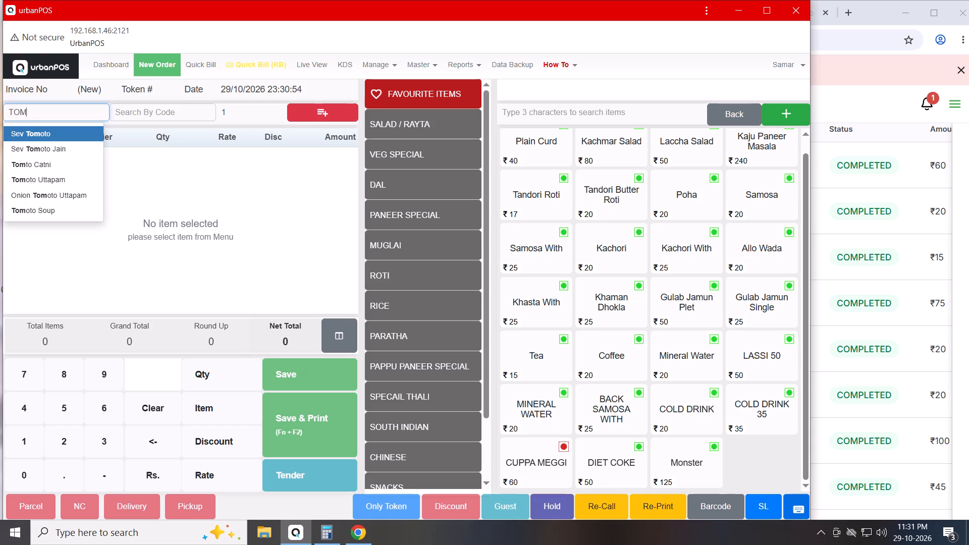
pyautogui.press('Down')
pyautogui.press('Down')
pyautogui.press('Down')
pyautogui.press('Down')
pyautogui.press('Down')
pyautogui.press('Return')
pyautogui.press('Return')
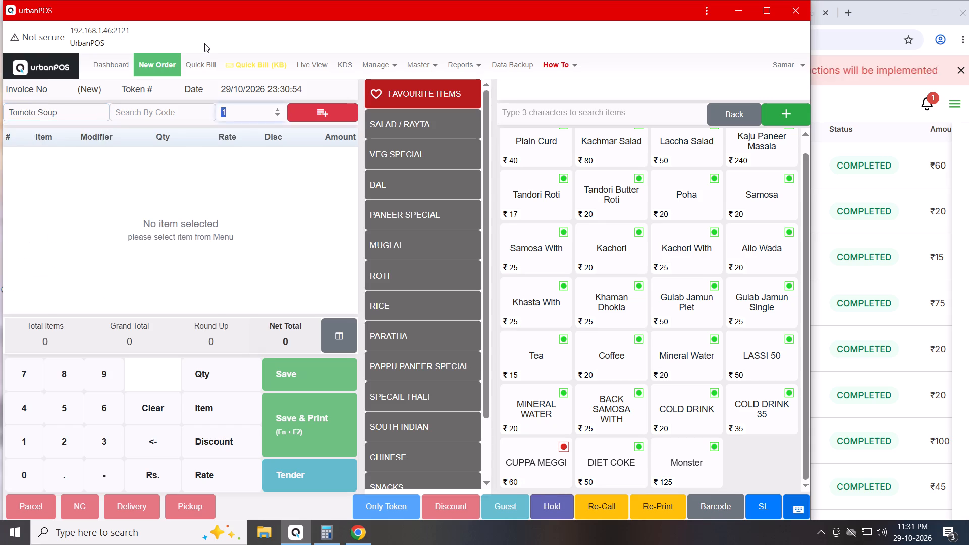
pyautogui.press('F2')
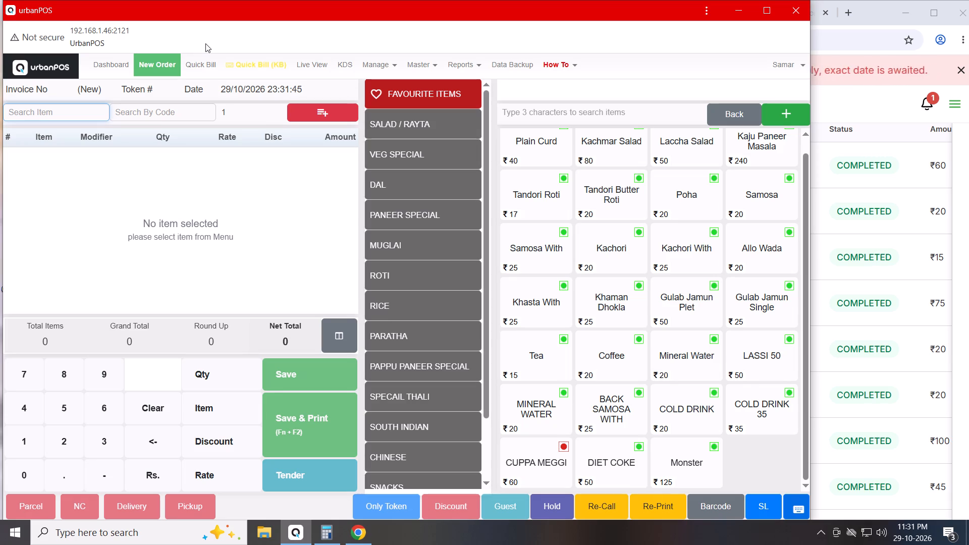
# Add one Tea priced ₹15 to the new order, and save and print the bill.
pyautogui.click(530, 359)
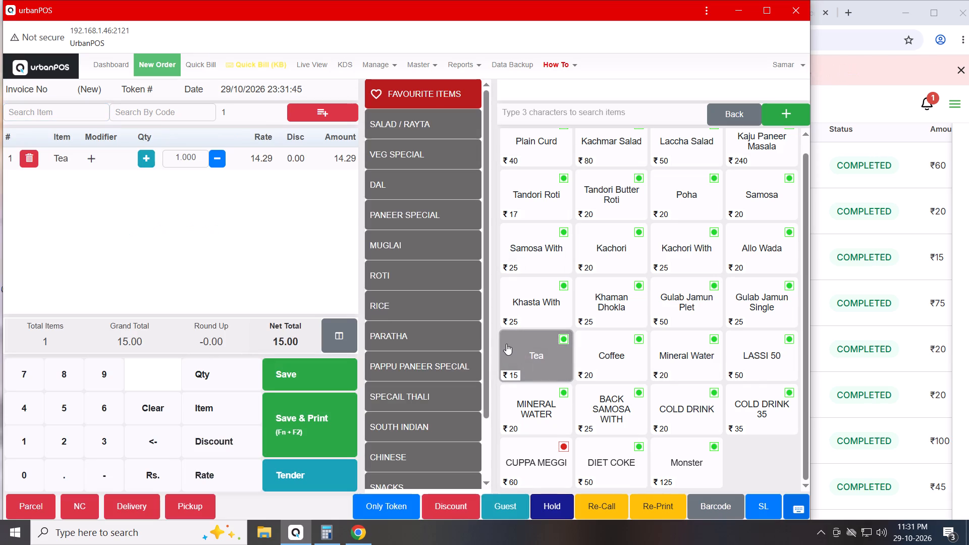
pyautogui.press('F2')
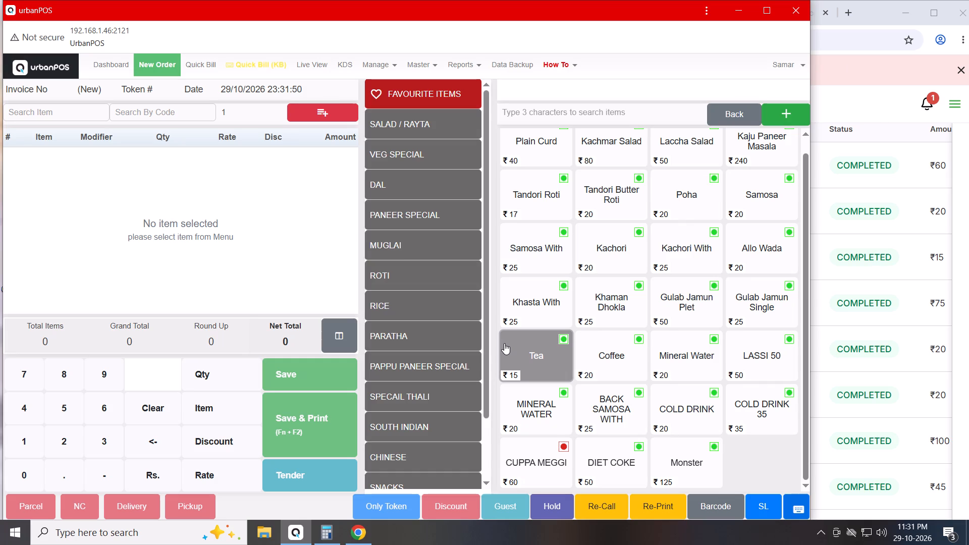
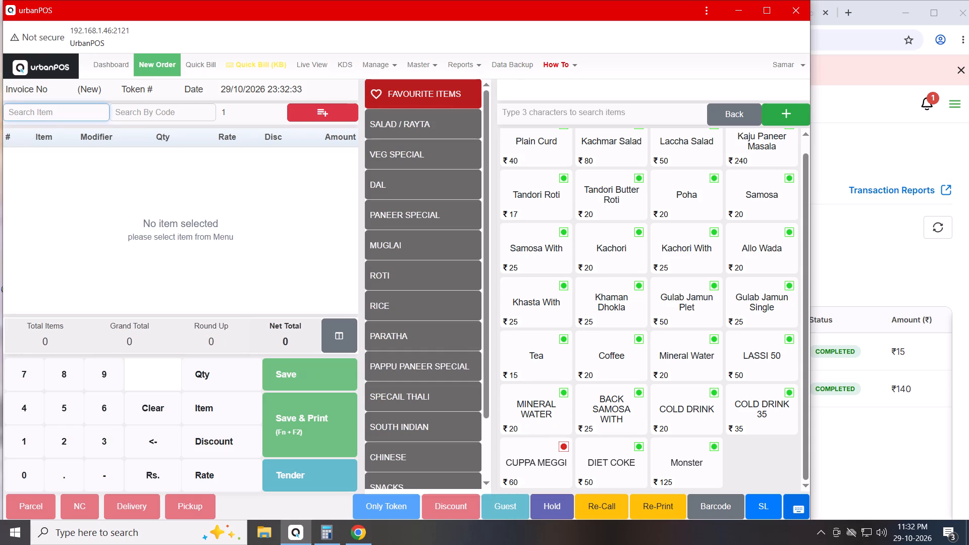
# Search the items for BUT, add one Butter Khichdi to the new order, and save and print the bill.
pyautogui.write('BUT')
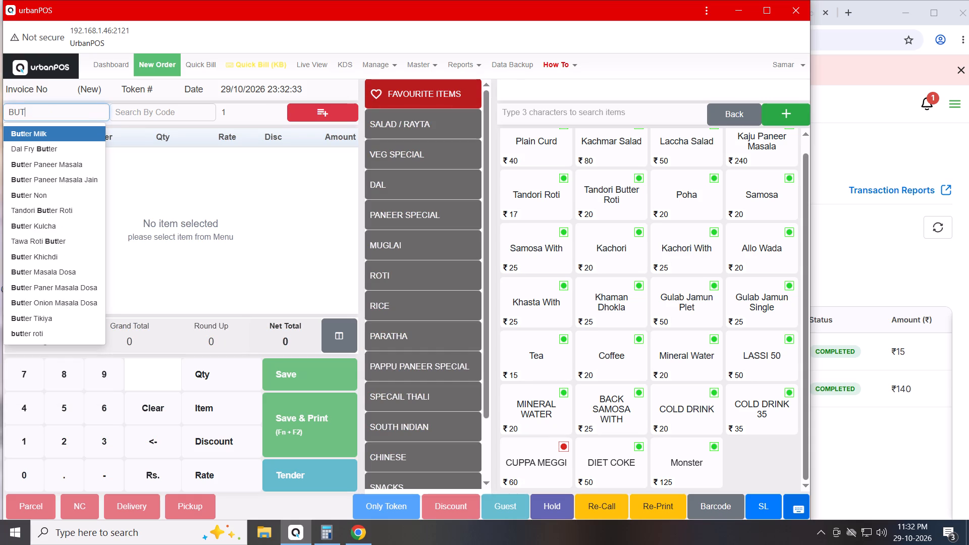
pyautogui.press('Up')
pyautogui.press('Up')
pyautogui.press('Up')
pyautogui.press('Up')
pyautogui.press('Up')
pyautogui.press('Up')
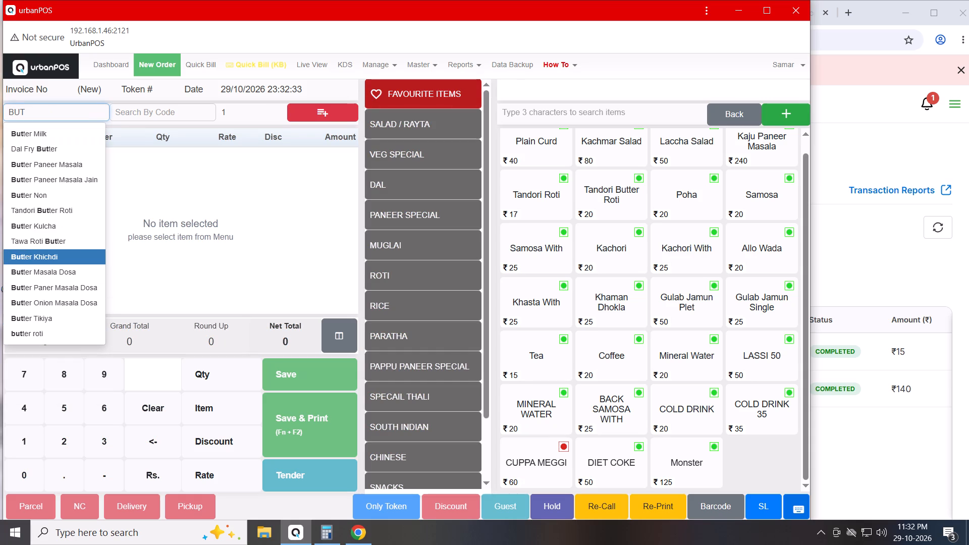
pyautogui.press('Return')
pyautogui.press('Return')
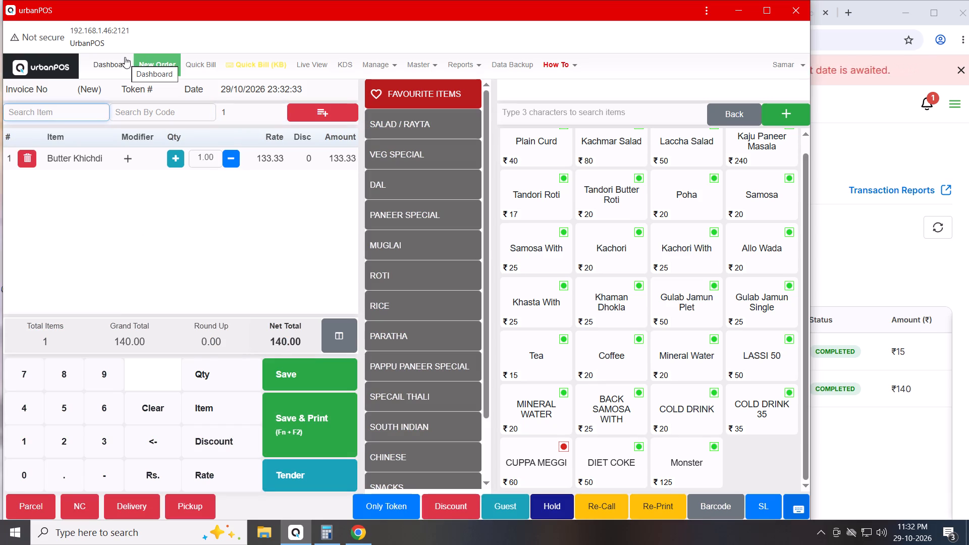
pyautogui.press('F2')
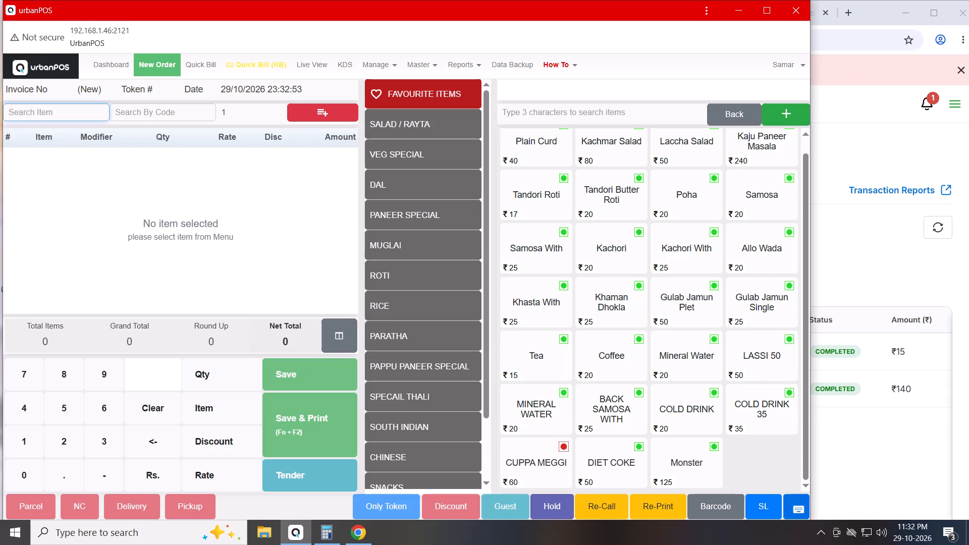
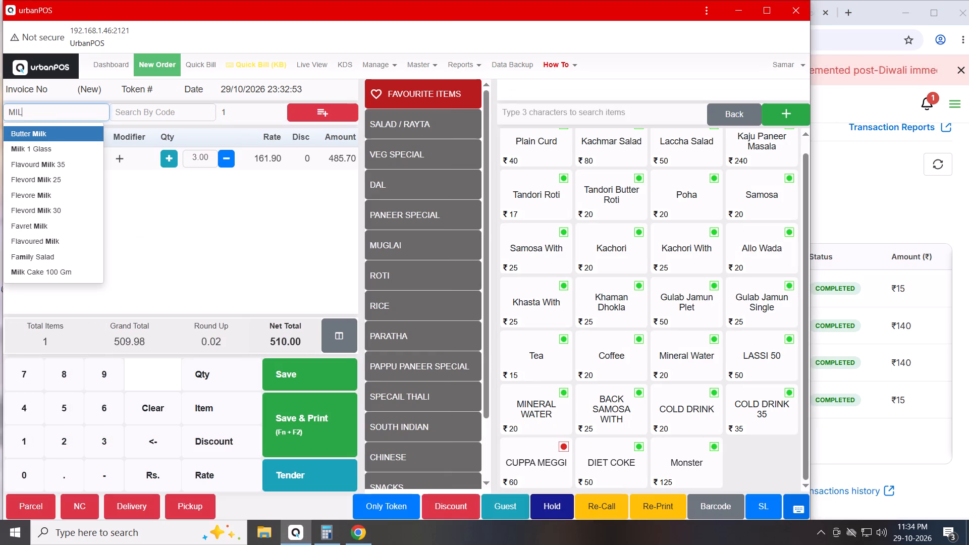
# Add two Butter Milk and one MINERAL WATER to the Indian Thali order, and save and print the bill.
pyautogui.press('Return')
pyautogui.press('2')
pyautogui.press('Return')
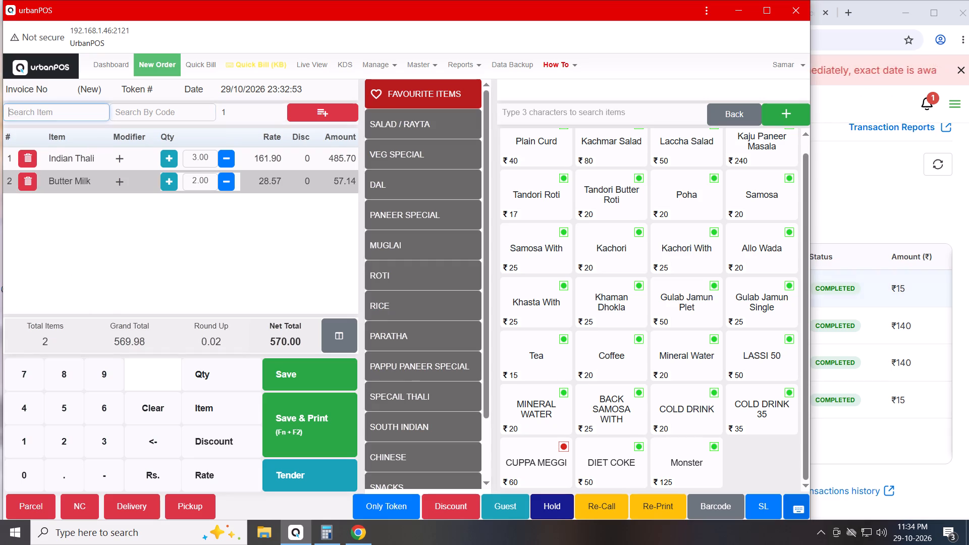
pyautogui.click(532, 418)
pyautogui.press('F2')
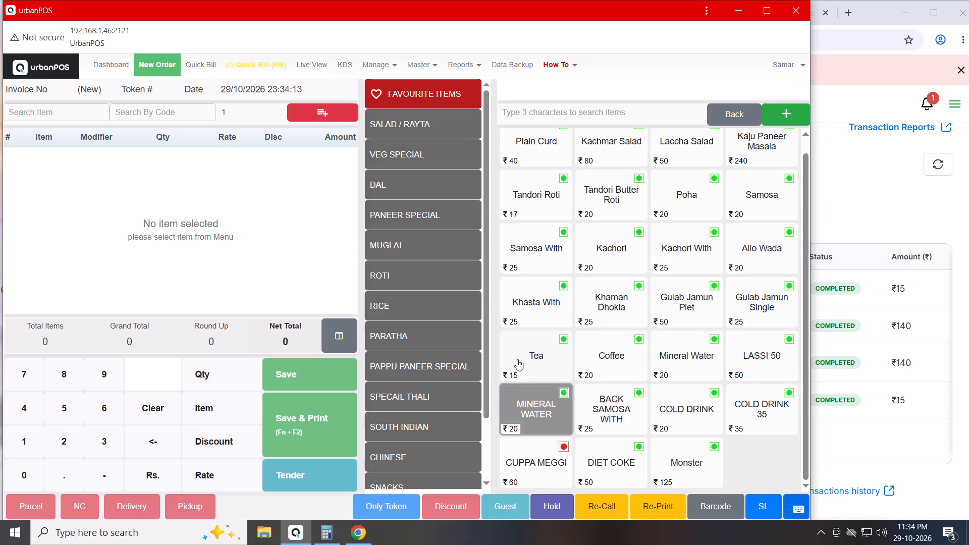
# Add one Tea to the new order, and save and print the bill.
pyautogui.click(531, 351)
pyautogui.press('F2')
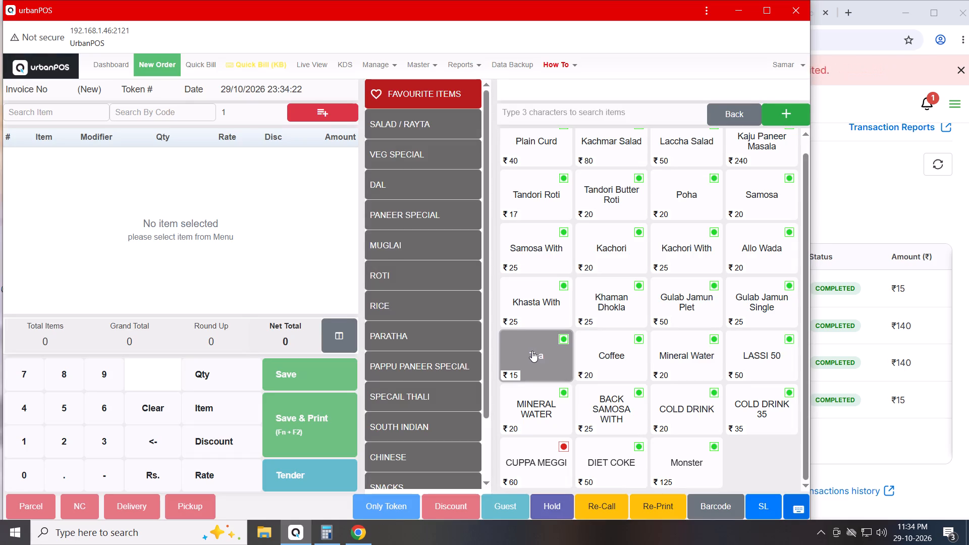
# Enter another new order with one Tea, and save and print the bill.
pyautogui.click(534, 348)
pyautogui.press('F2')
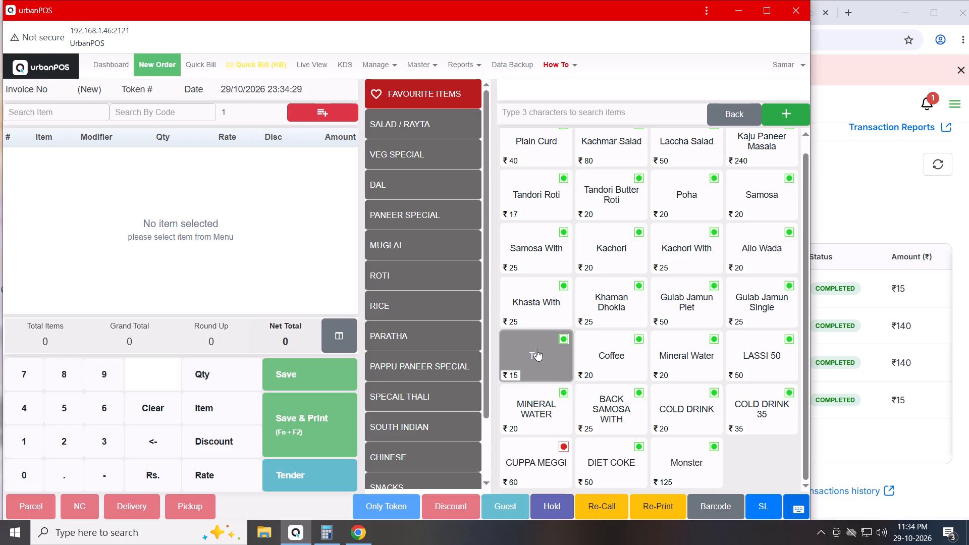
# Add two Tea and one MINERAL WATER to the new order, and save and print the bill.
pyautogui.doubleClick(546, 359)
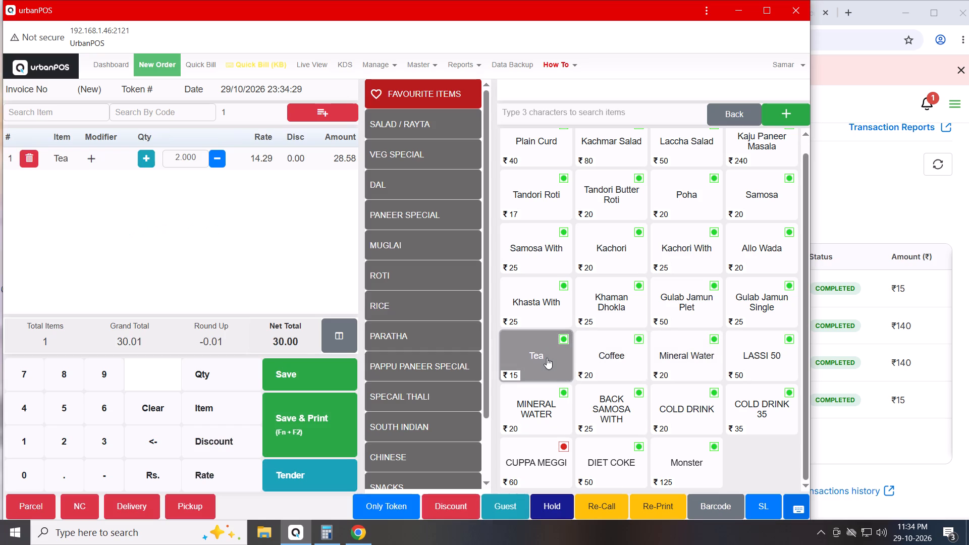
pyautogui.click(551, 420)
pyautogui.press('F2')
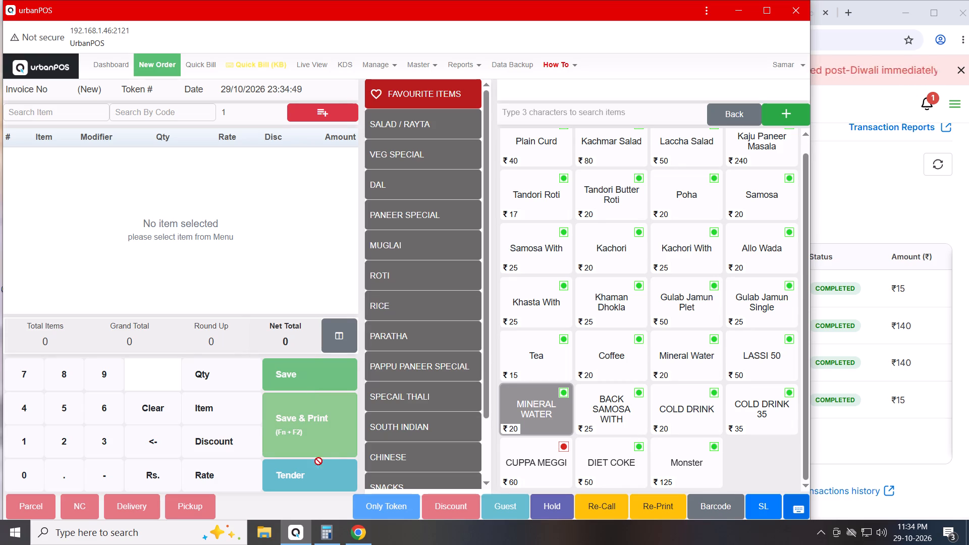
pyautogui.click(240, 255)
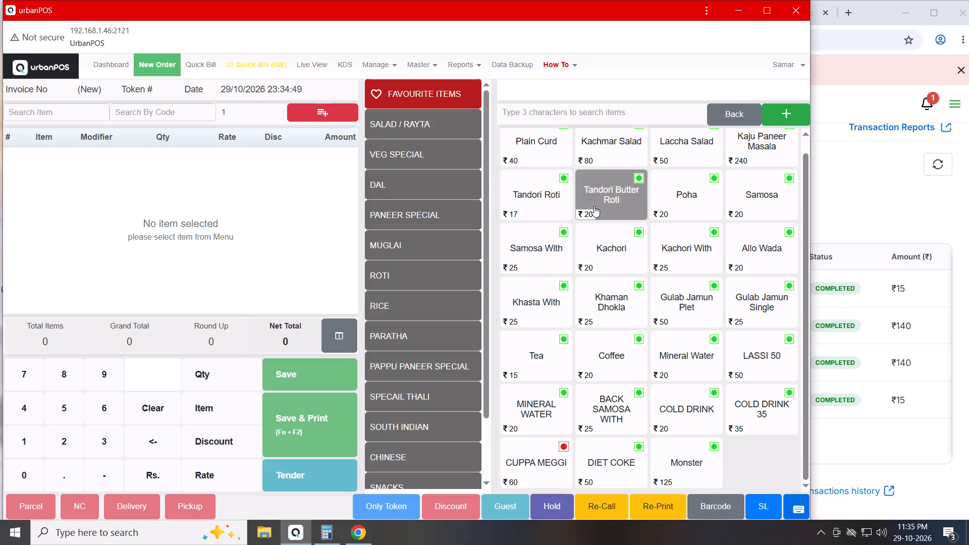
# Search the items for COL, add one Cold Coffe 50 to the new order, and save and print the bill.
pyautogui.click(18, 117)
pyautogui.write('COL')
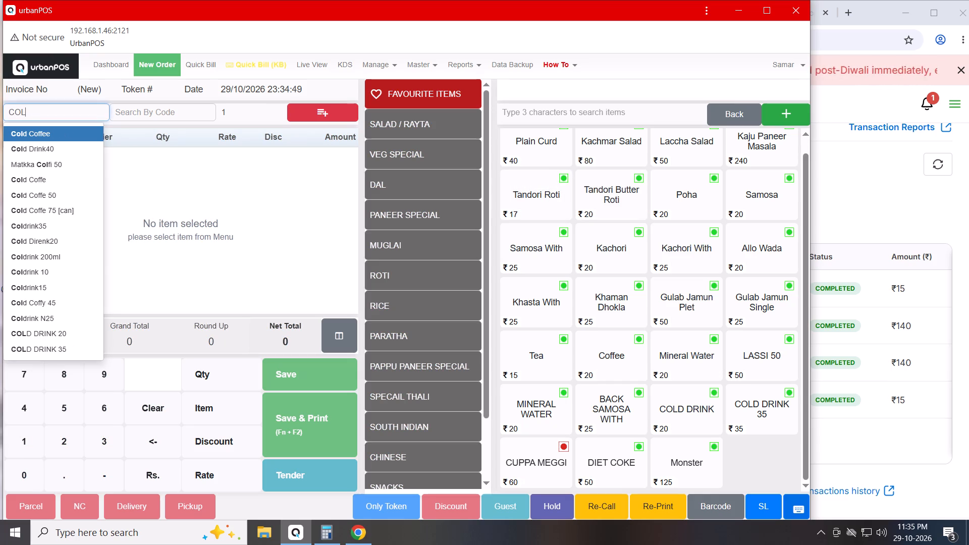
pyautogui.press('Down')
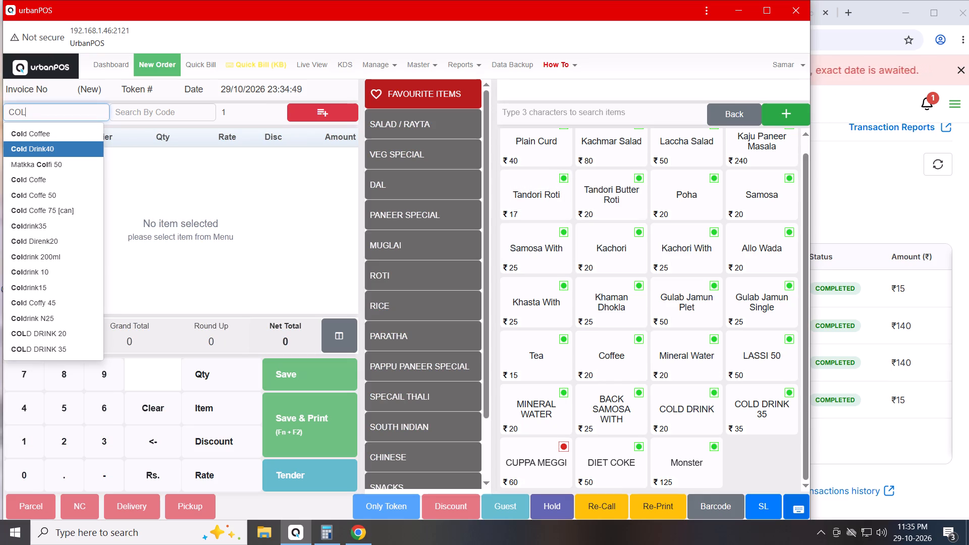
pyautogui.press('Down')
pyautogui.press('Down')
pyautogui.press('Down')
pyautogui.press('Down')
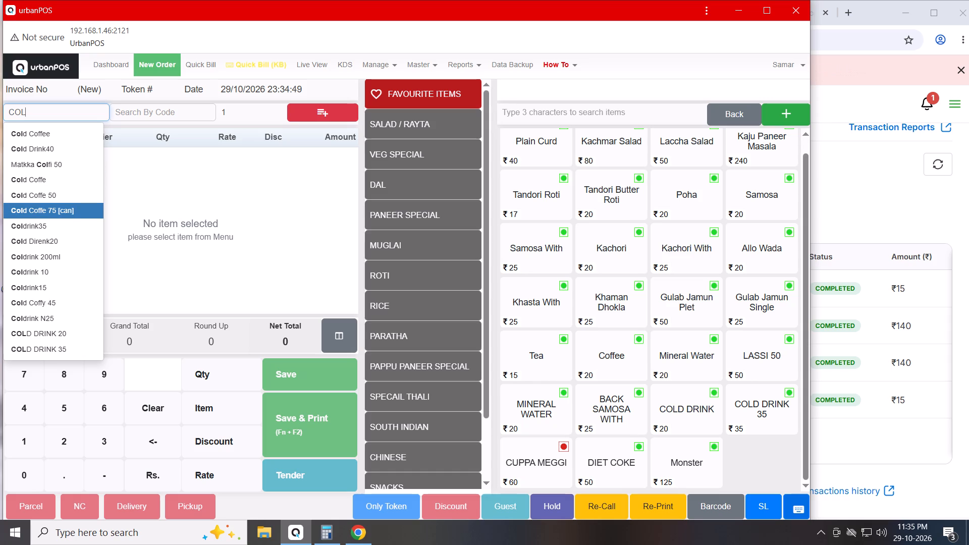
pyautogui.press('Up')
pyautogui.press('Return')
pyautogui.press('Return')
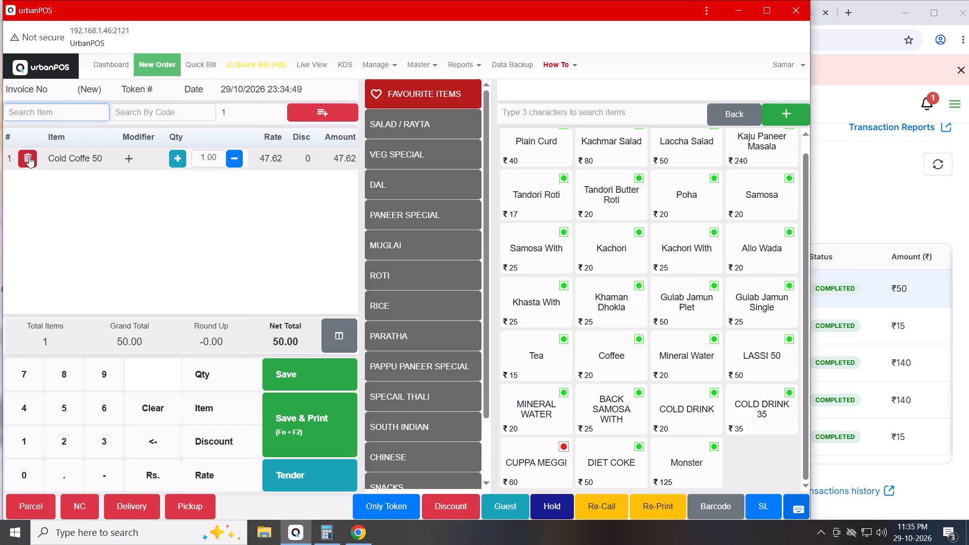
pyautogui.press('F2')
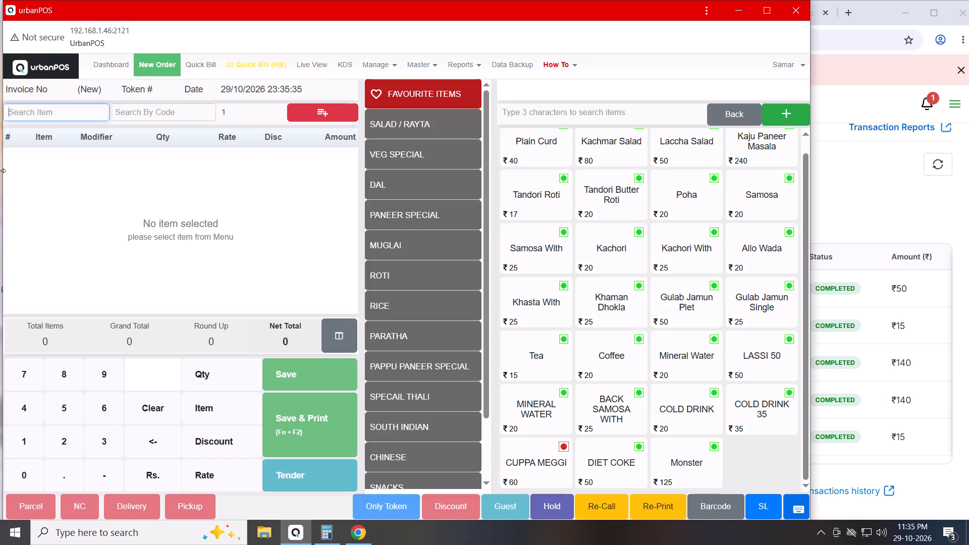
# Search the items for THA, add one Sp Thali to the new order, and save and print the bill.
pyautogui.write('THA')
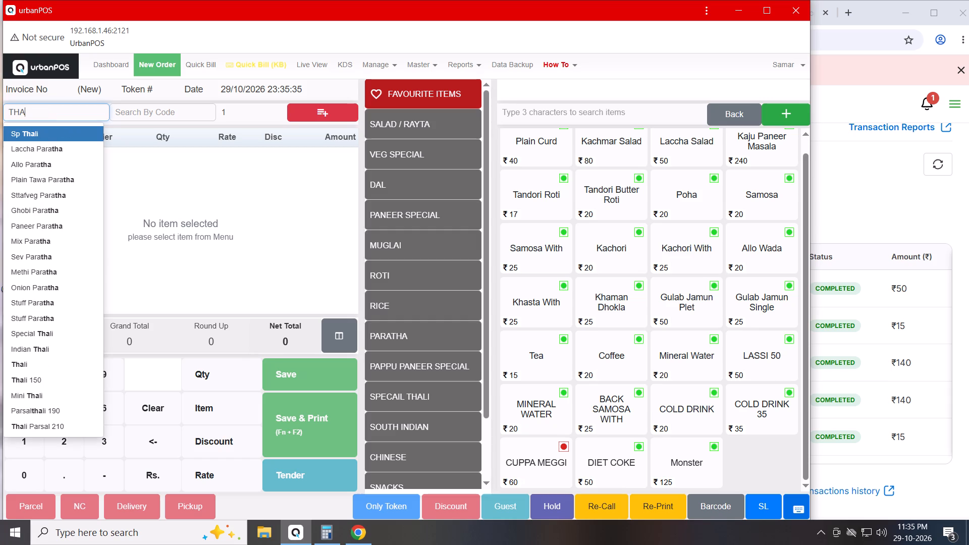
pyautogui.press('Return')
pyautogui.press('Return')
pyautogui.press('F2')
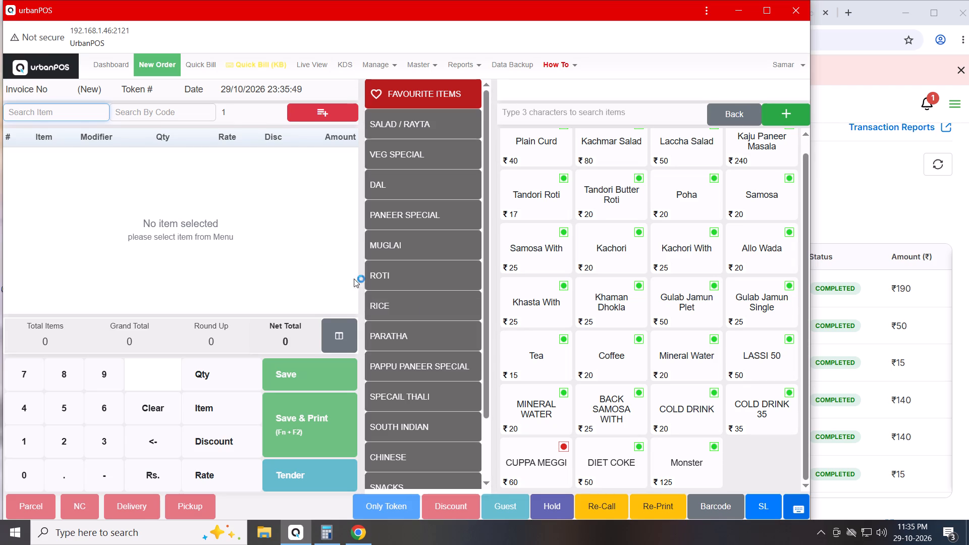
# Add one Poha and one Samosa to the new order, and save and print the bill.
pyautogui.scroll(-2, 905, 438)
pyautogui.click(689, 199)
pyautogui.click(755, 201)
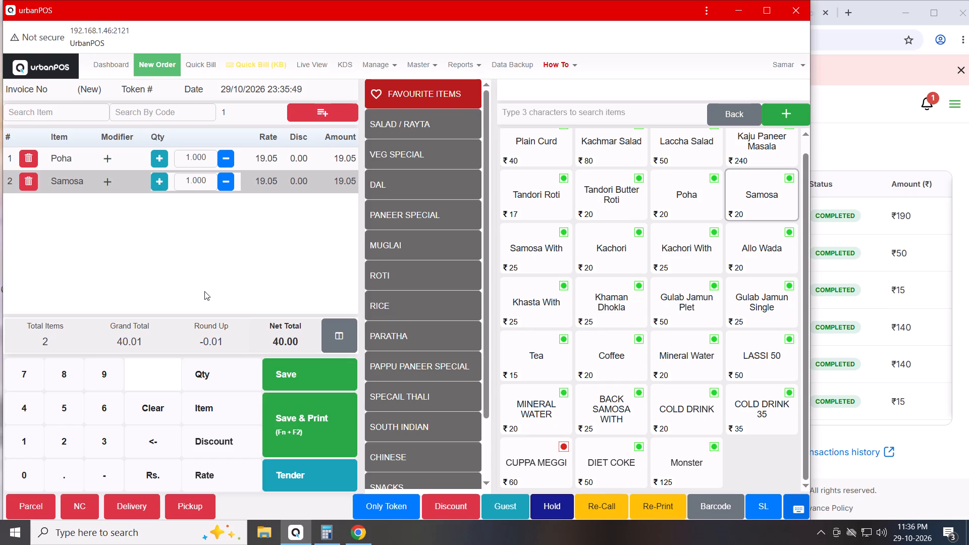
pyautogui.press('F2')
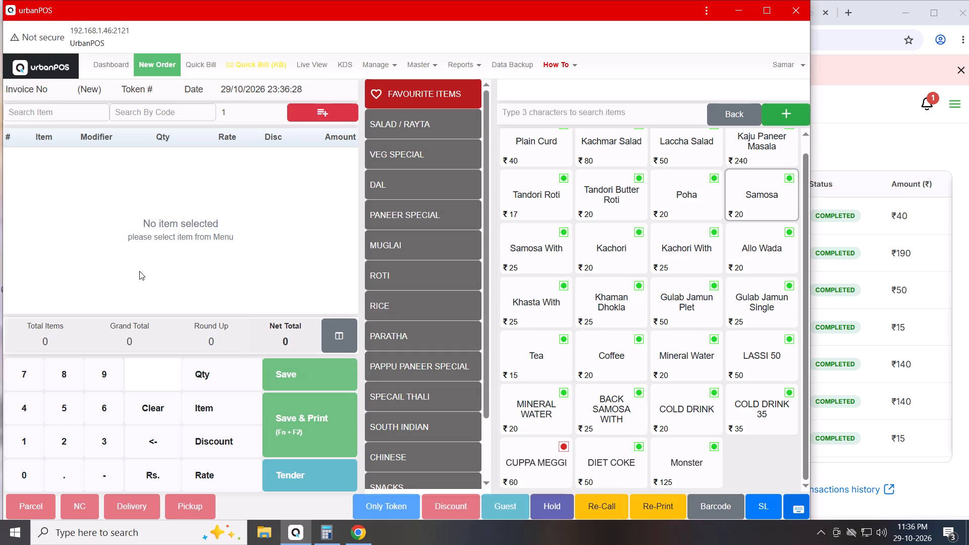
# Search the items for BUT, add one Butter Khichdi to the new order, and save and print the bill.
pyautogui.click(9, 117)
pyautogui.write('BUT')
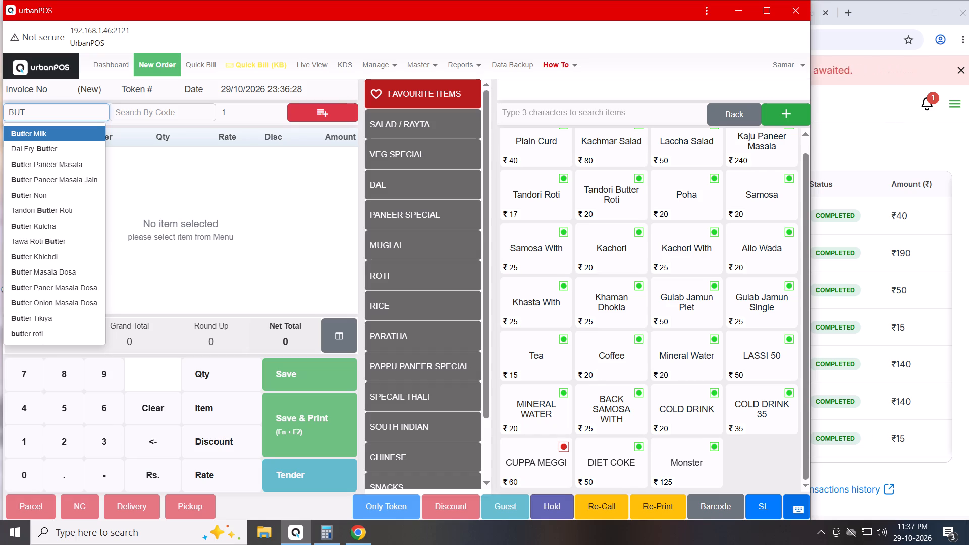
pyautogui.press('Down')
pyautogui.press('Down')
pyautogui.press('Down')
pyautogui.press('Down')
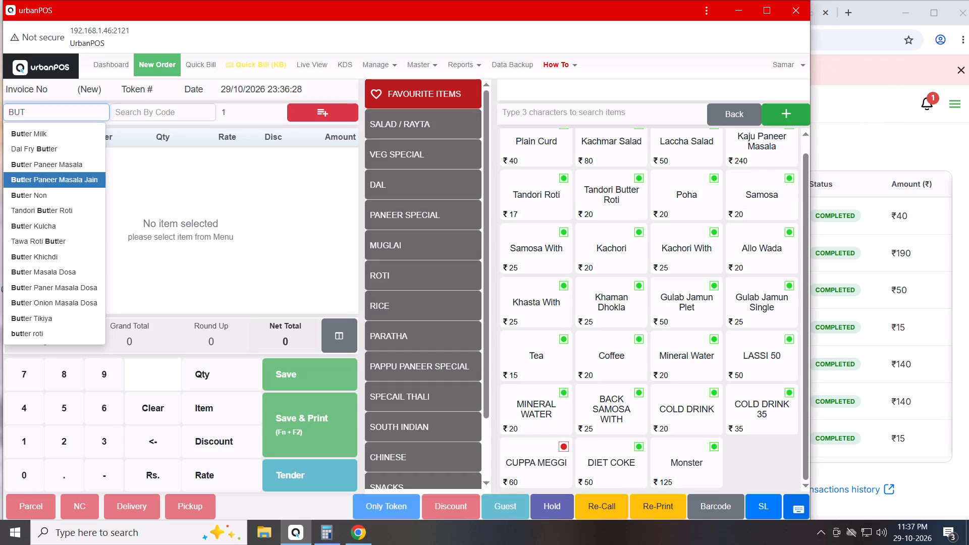
pyautogui.press('Down')
pyautogui.press('Down')
pyautogui.press('Down')
pyautogui.press('Down')
pyautogui.press('Return')
pyautogui.press('Return')
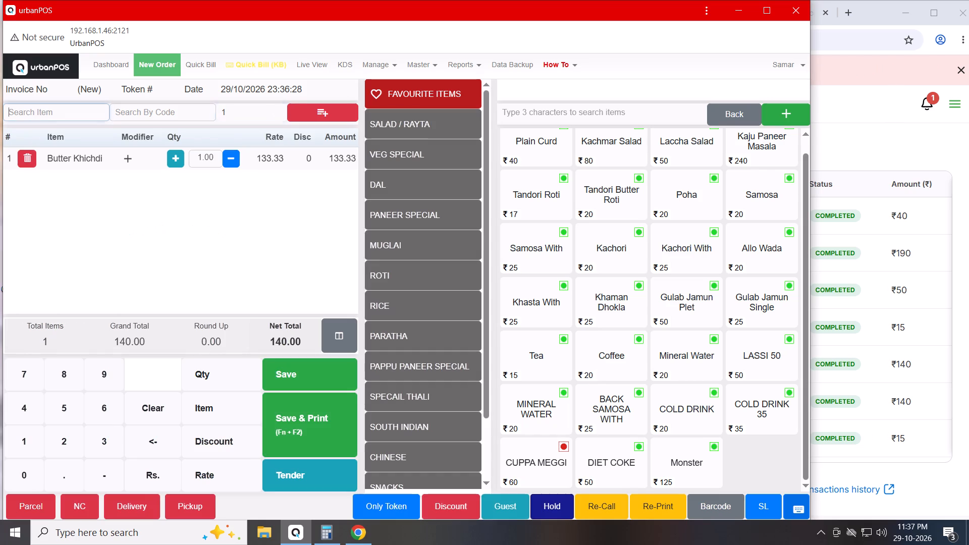
pyautogui.press('F2')
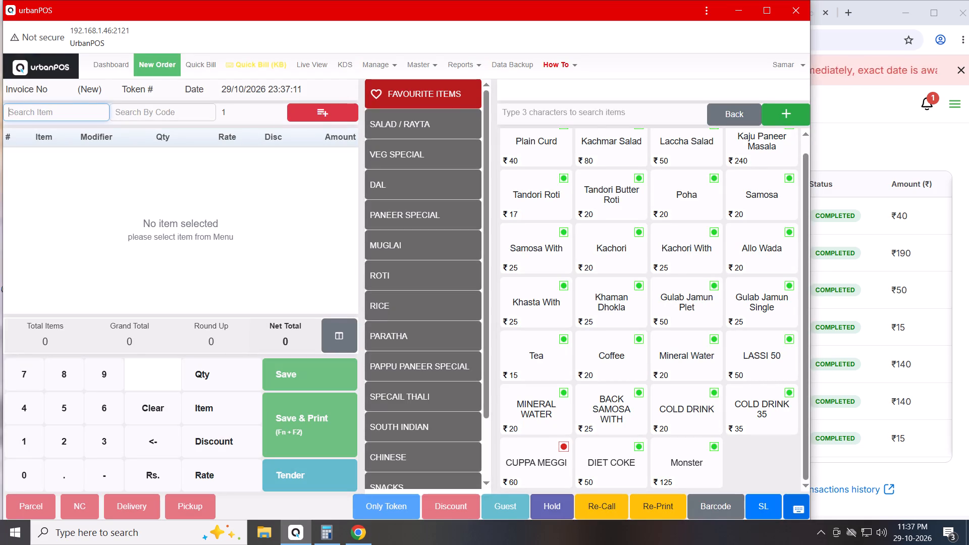
# Add four Samosa to the new order, and save and print the bill.
pyautogui.tripleClick(756, 199)
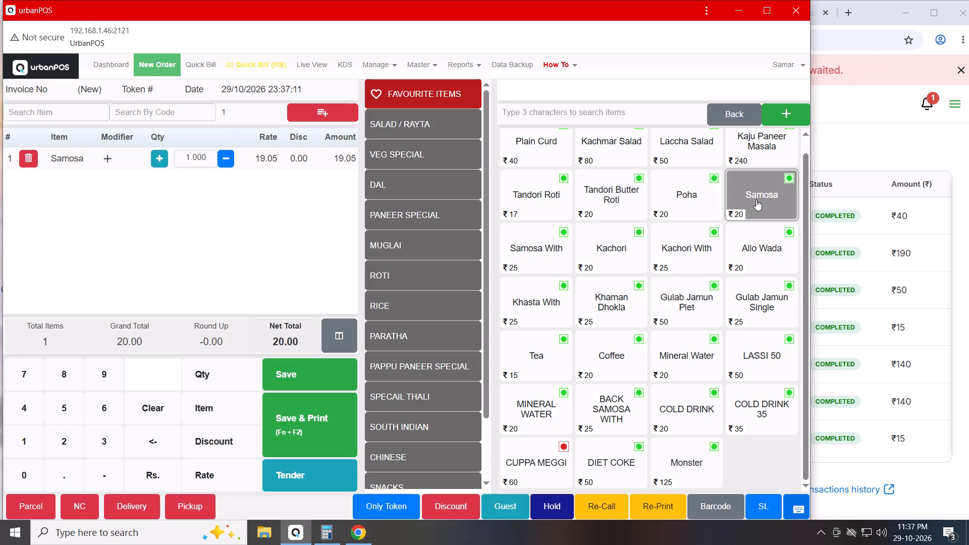
pyautogui.click(756, 199)
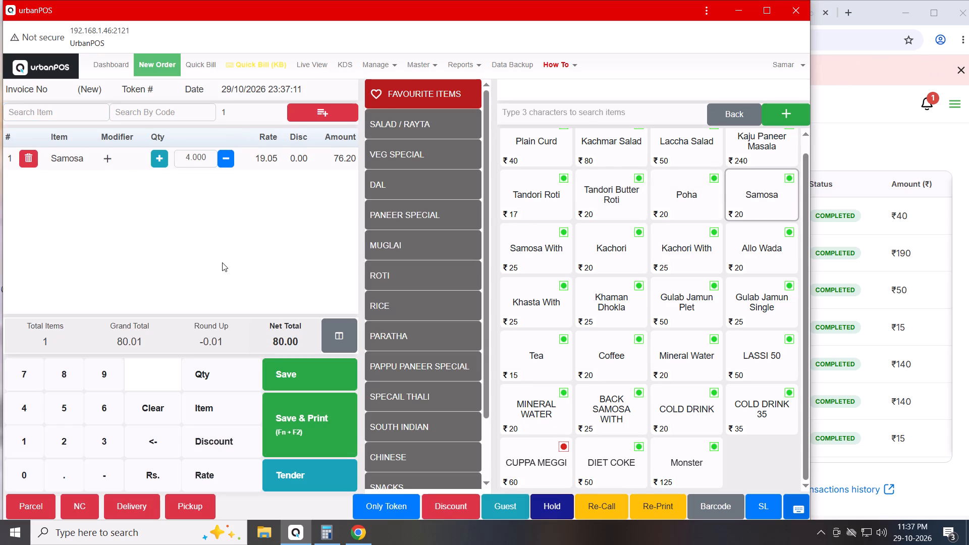
pyautogui.press('F2')
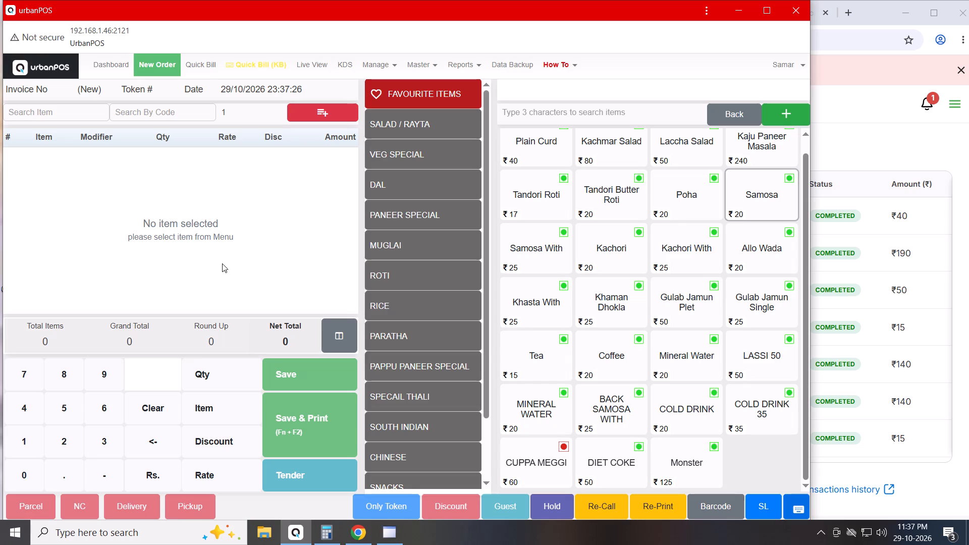